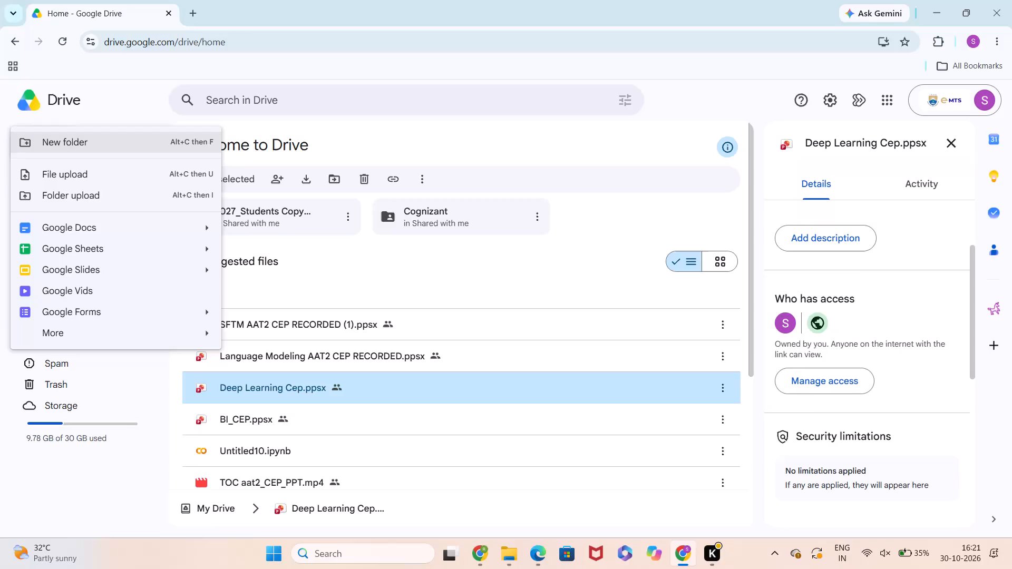
Upload the file "Ethical hacking cep aat2recorded" from the Downloads folder to Drive.
{"action": "left_click", "coordinate": [119, 172]}
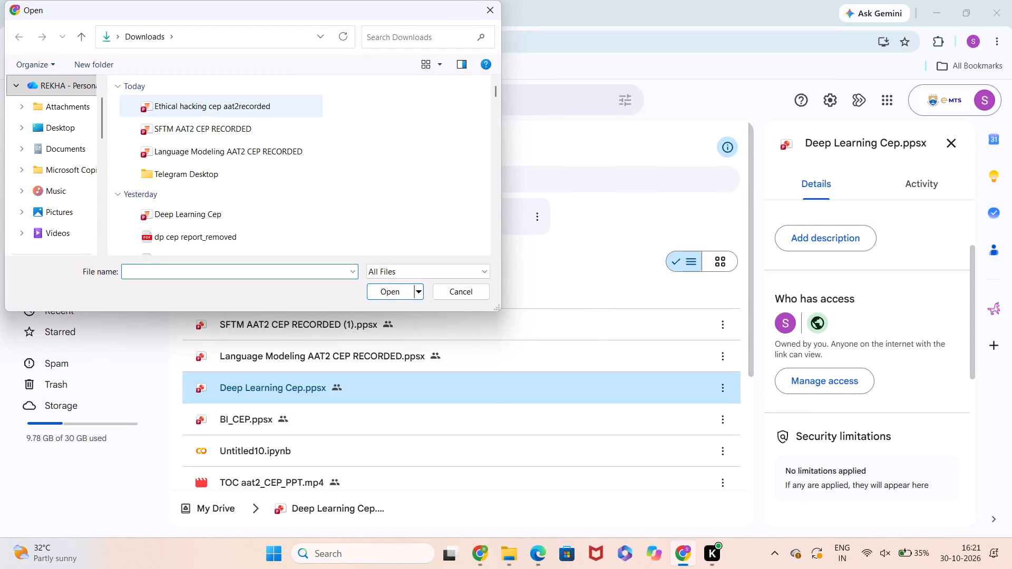
{"action": "left_click", "coordinate": [207, 105]}
{"action": "left_click", "coordinate": [385, 293]}
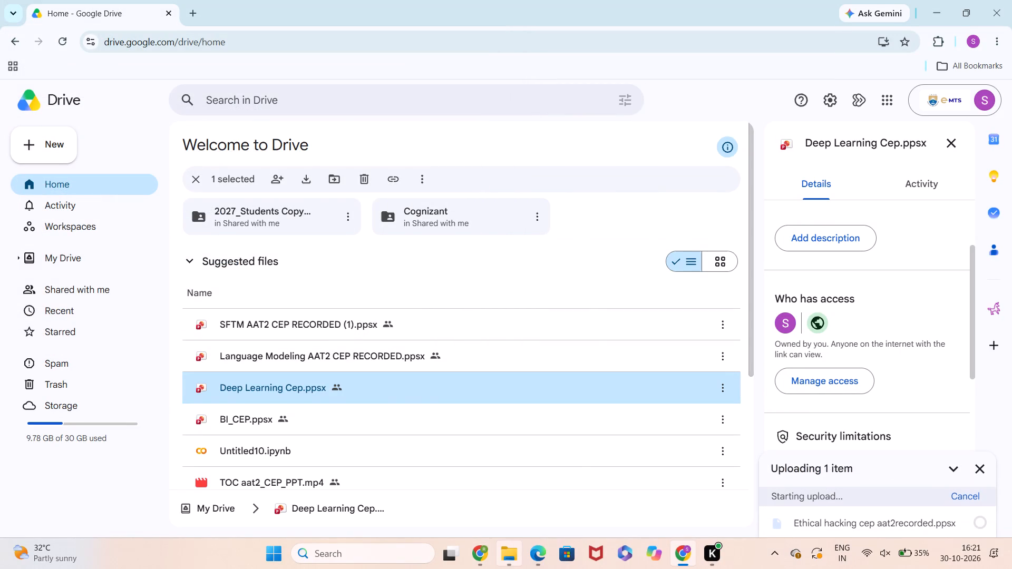
Switch to File Explorer and open the "ARVR AAT2 CEP" presentation from the Downloads folder in PowerPoint.
{"action": "left_click", "coordinate": [522, 555]}
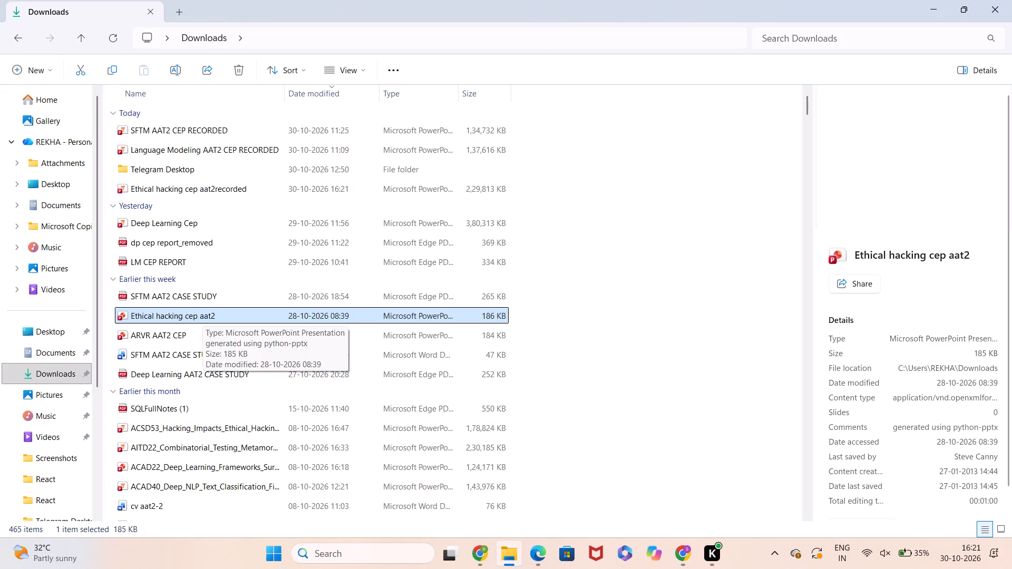
{"action": "double_click", "coordinate": [167, 333]}
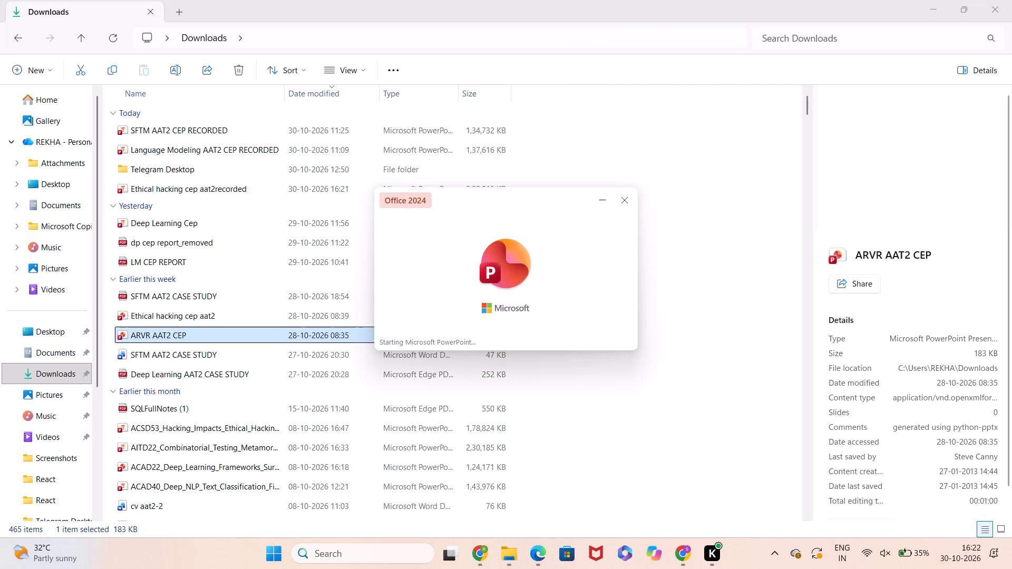
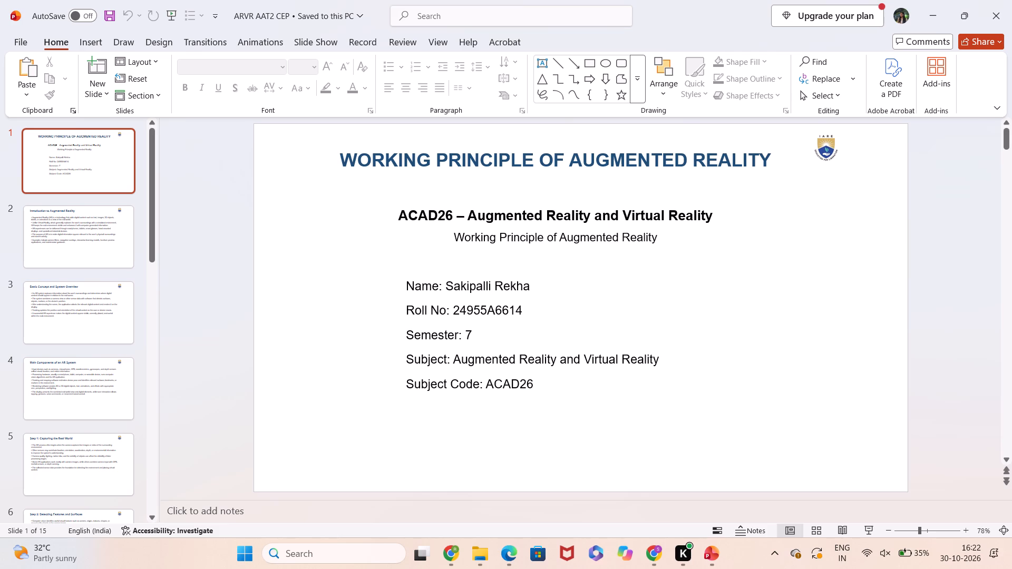
Start recording the ARVR AAT2 CEP slide show from the first slide with the camera on.
{"action": "left_click", "coordinate": [371, 37]}
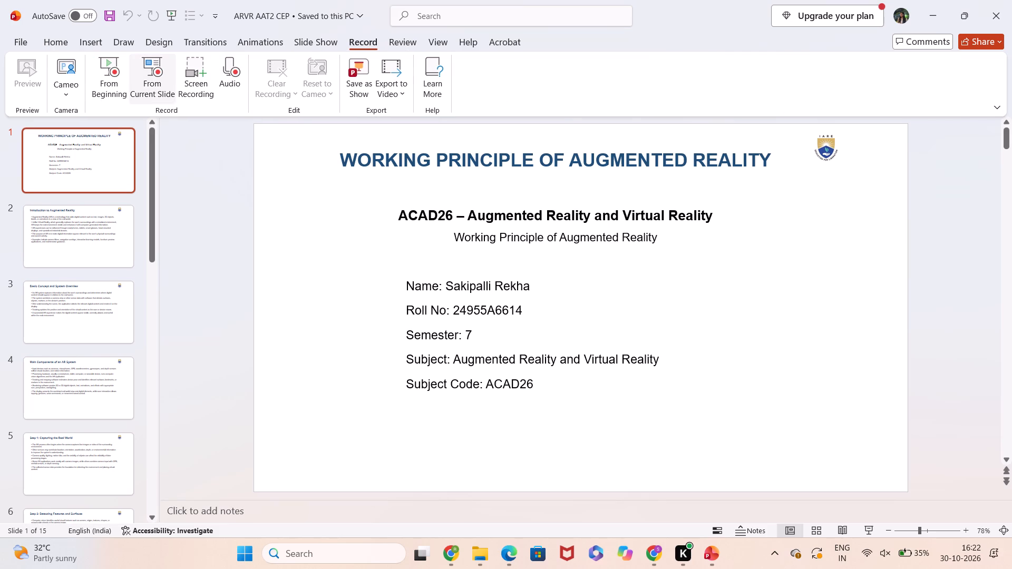
{"action": "left_click", "coordinate": [105, 70]}
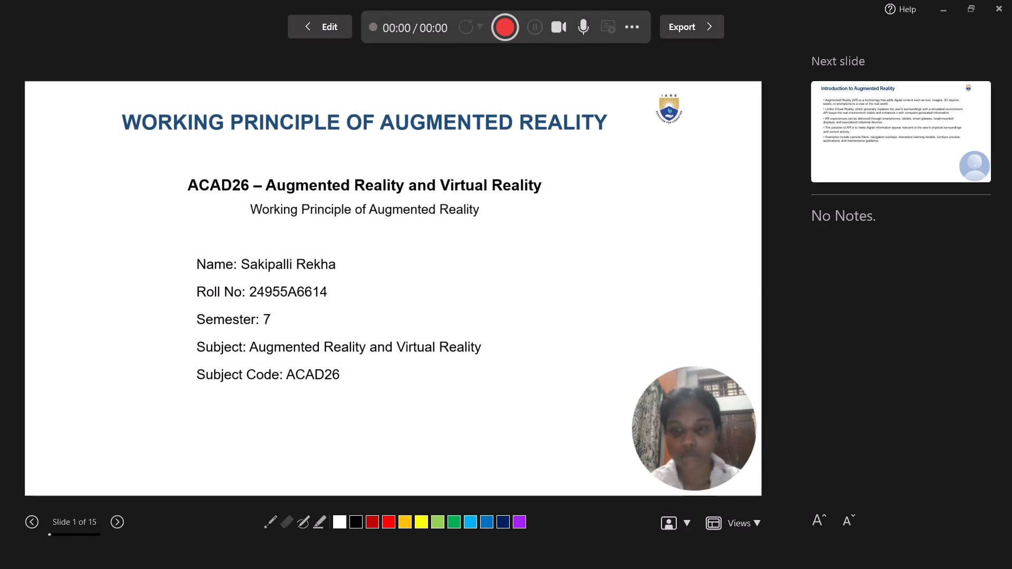
{"action": "left_click", "coordinate": [509, 23]}
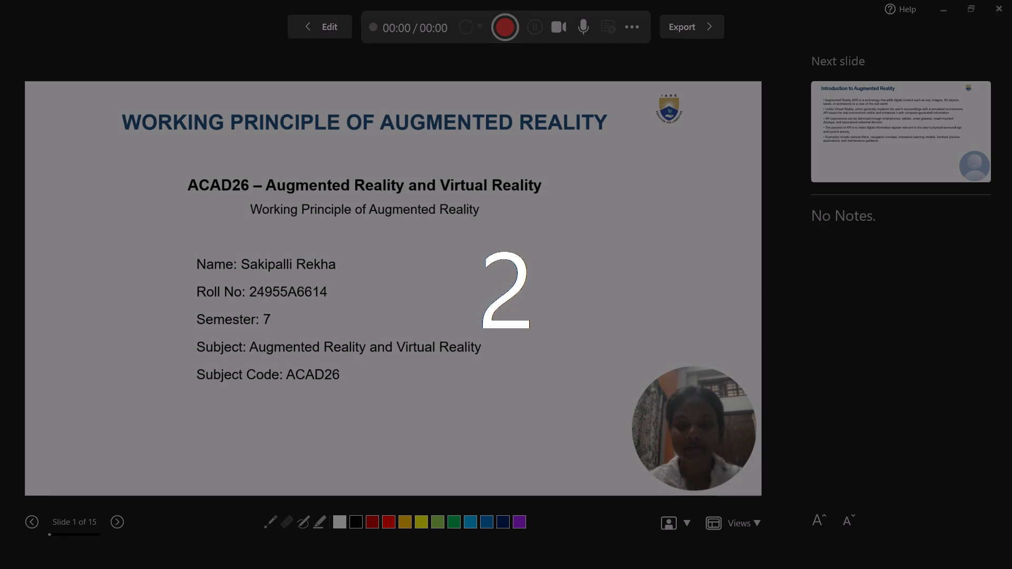
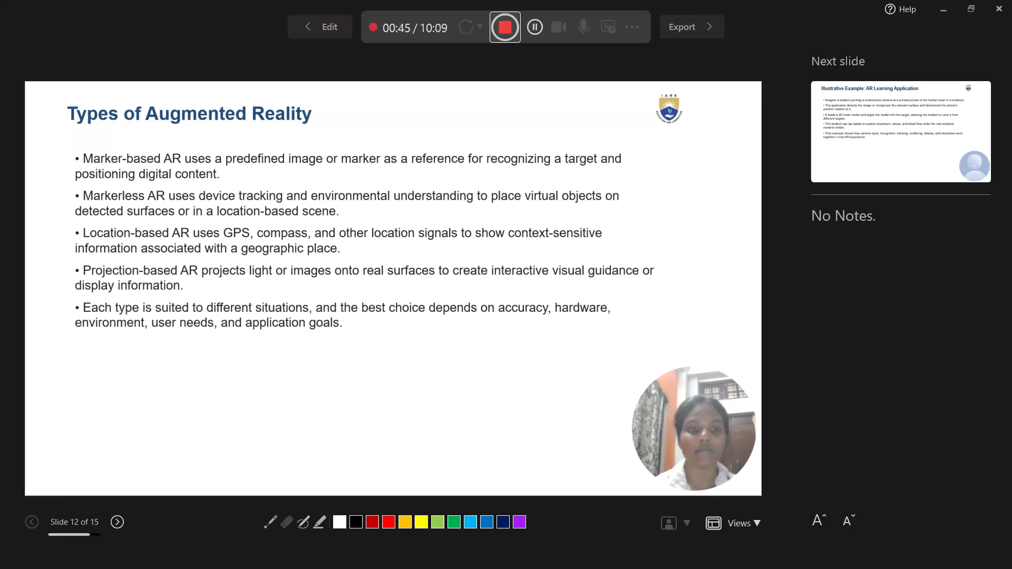
Advance the slide show to the final slide, Conclusion and Future Scope, and stop the recording.
{"action": "key", "text": "Right"}
{"action": "key", "text": "Right"}
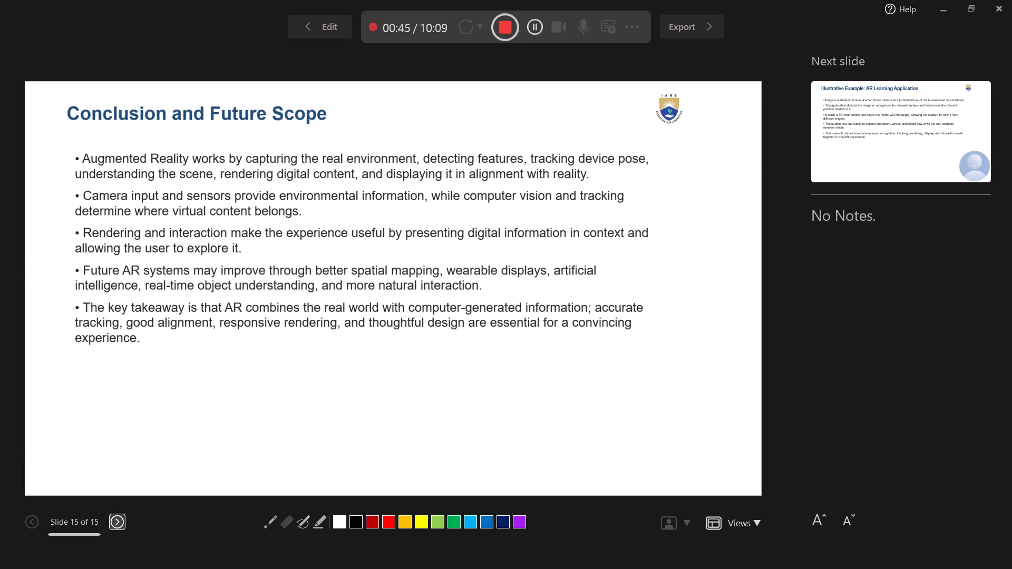
{"action": "left_click", "coordinate": [507, 23]}
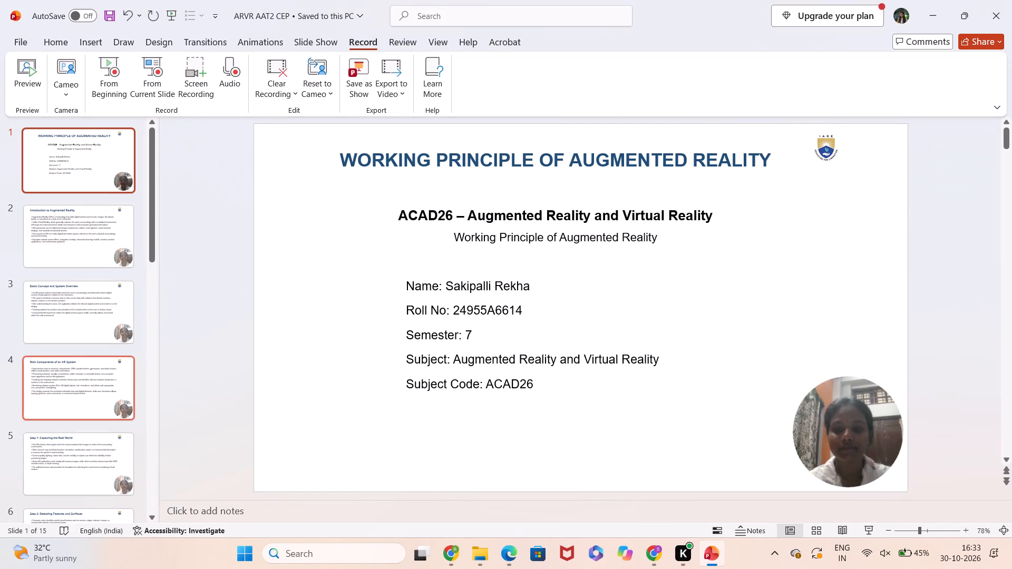
Delete the recorded camera video from slide 12, Illustrative Example: AR Learning Application.
{"action": "scroll", "coordinate": [94, 396], "scroll_direction": "down", "scroll_amount": 10}
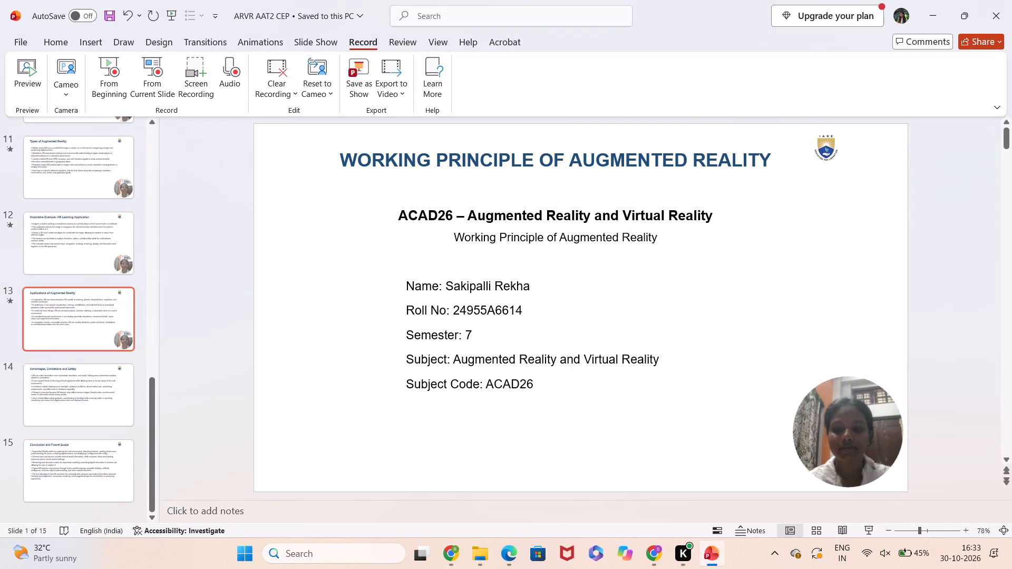
{"action": "left_click", "coordinate": [106, 257]}
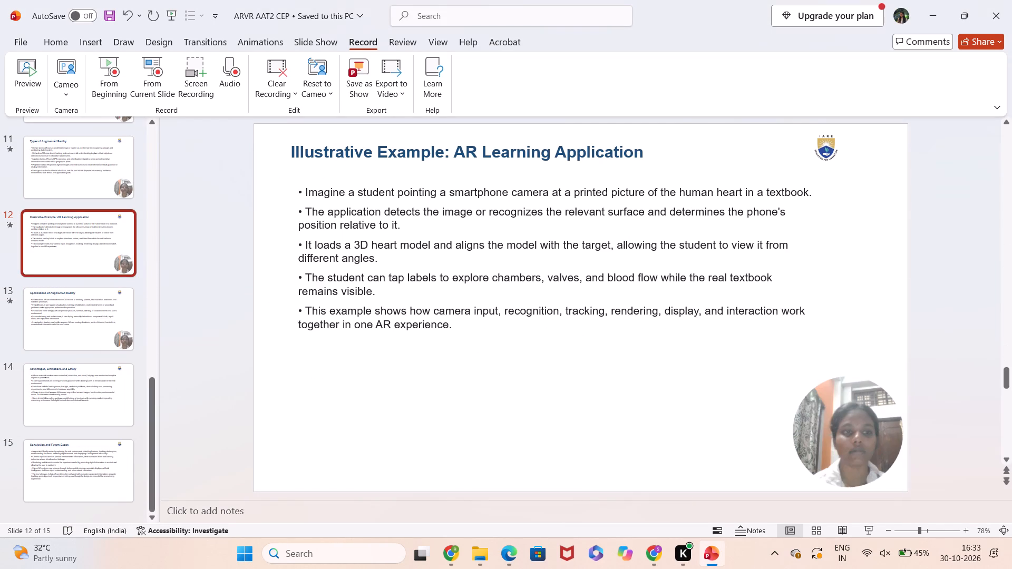
{"action": "left_click", "coordinate": [839, 455]}
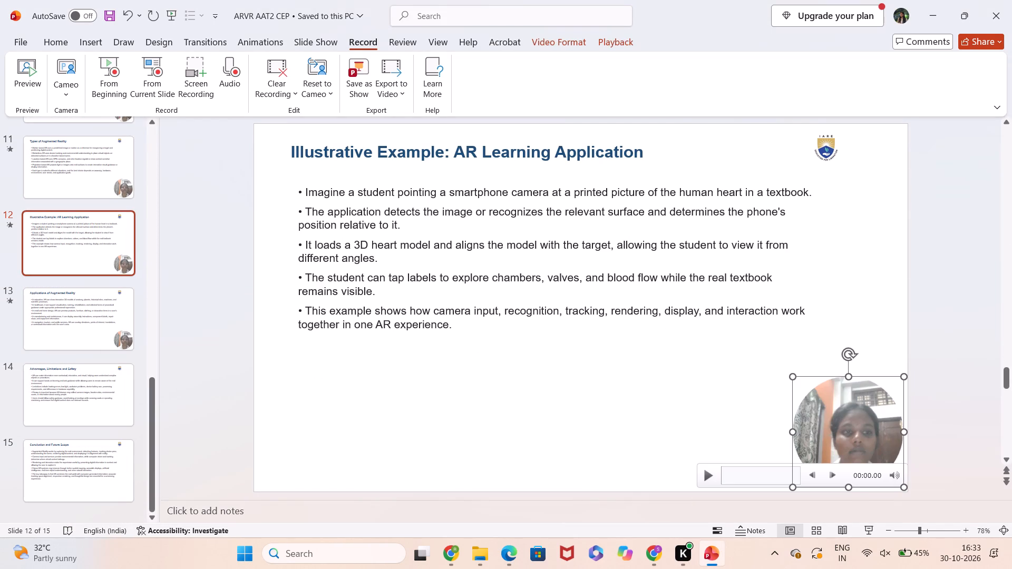
{"action": "key", "text": "Delete"}
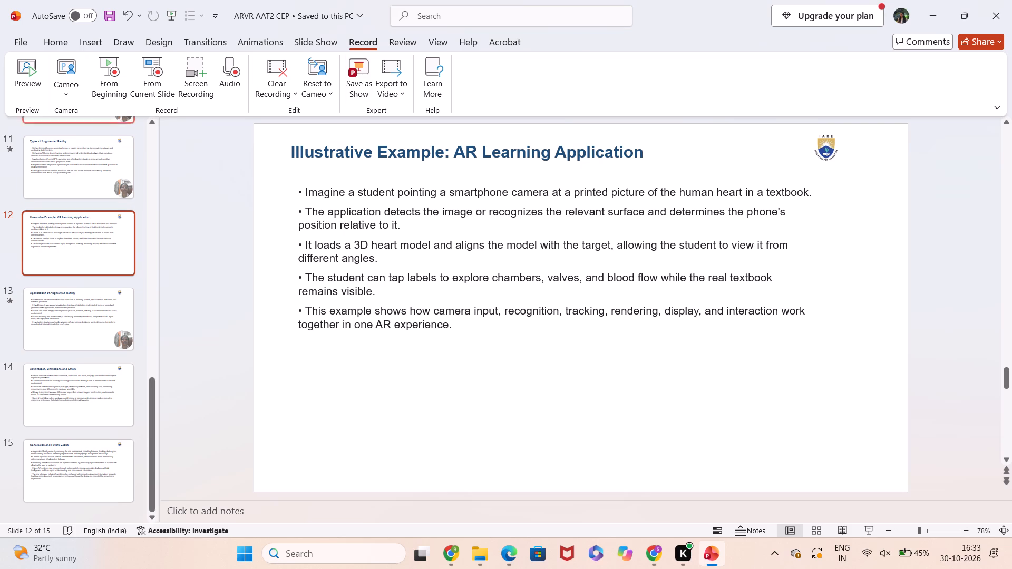
Open the recording view from slide 12, play back its existing recording, and return to editing.
{"action": "left_click", "coordinate": [151, 74]}
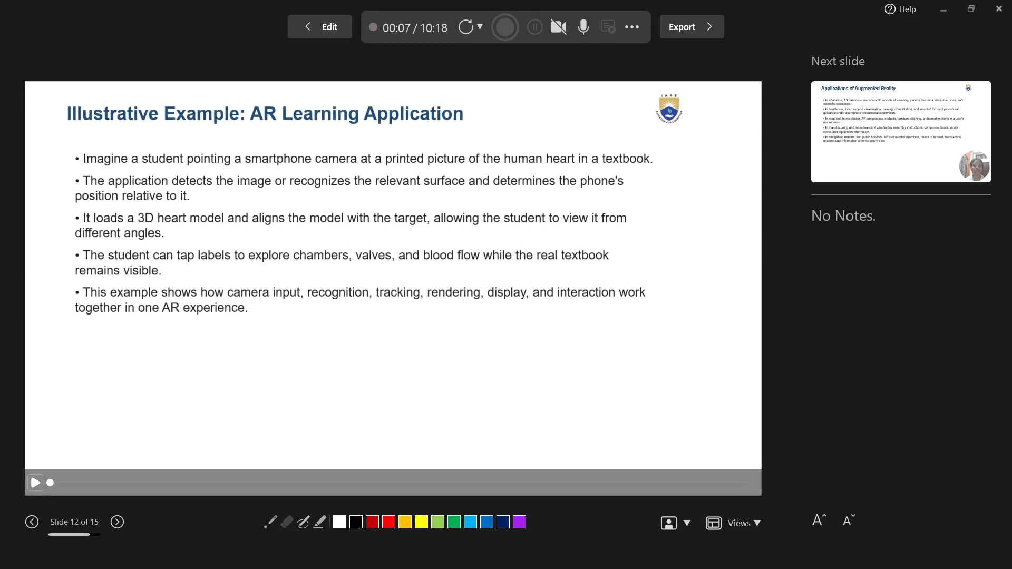
{"action": "left_click", "coordinate": [34, 483]}
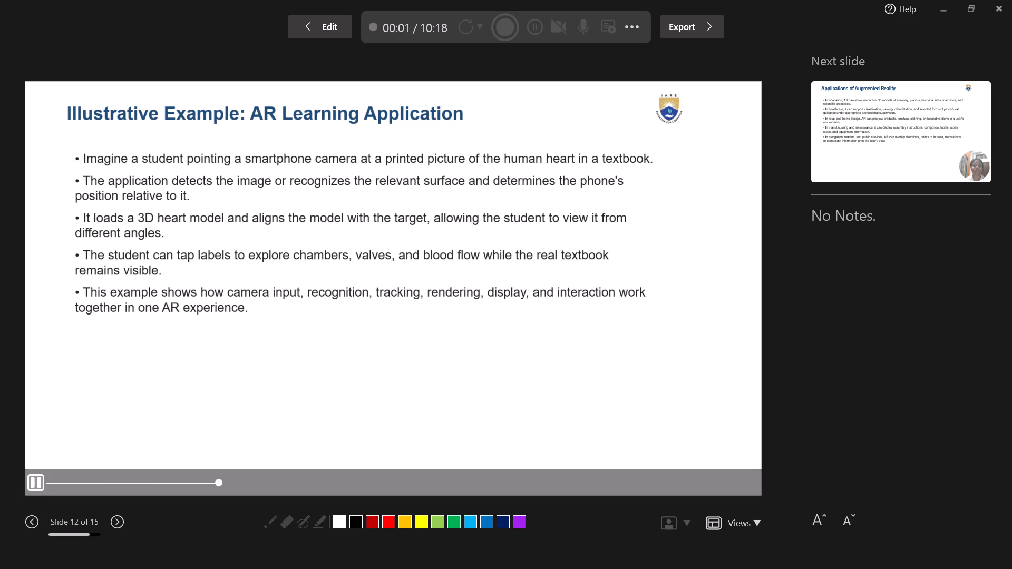
{"action": "left_click", "coordinate": [309, 23]}
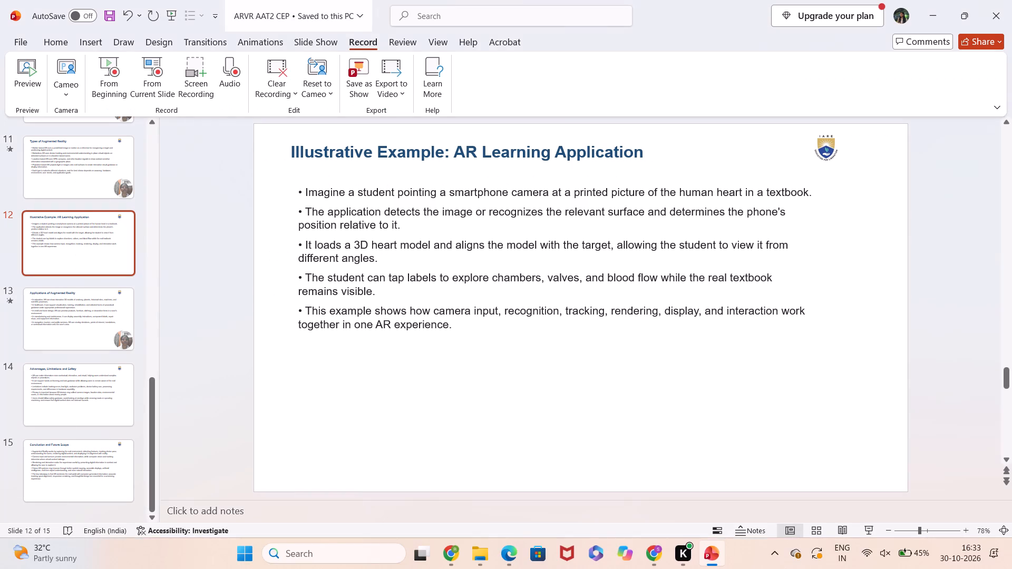
Delete the recorded camera video from slide 13, Applications of Augmented Reality.
{"action": "left_click", "coordinate": [105, 325]}
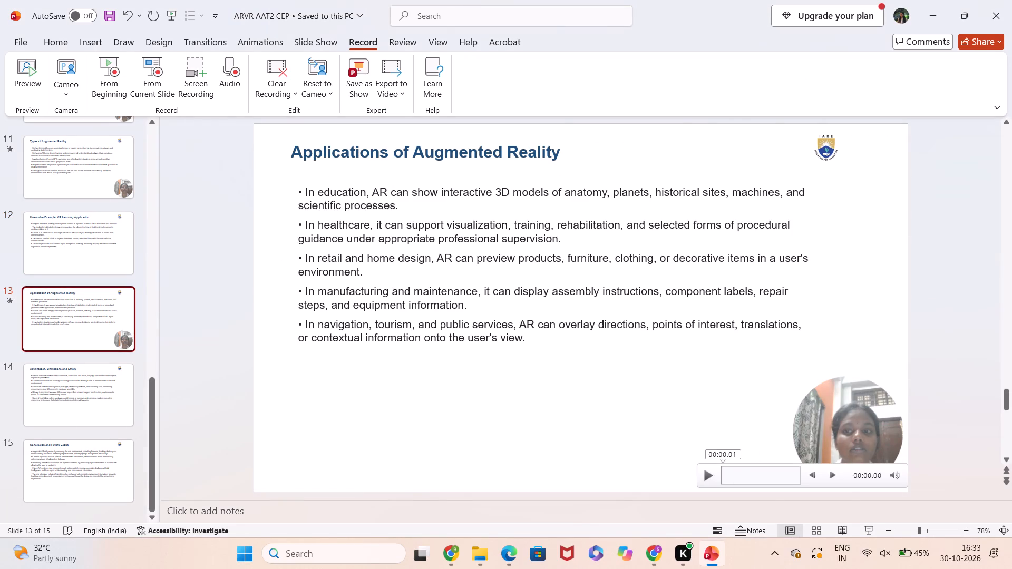
{"action": "left_click", "coordinate": [810, 430]}
{"action": "key", "text": "Delete"}
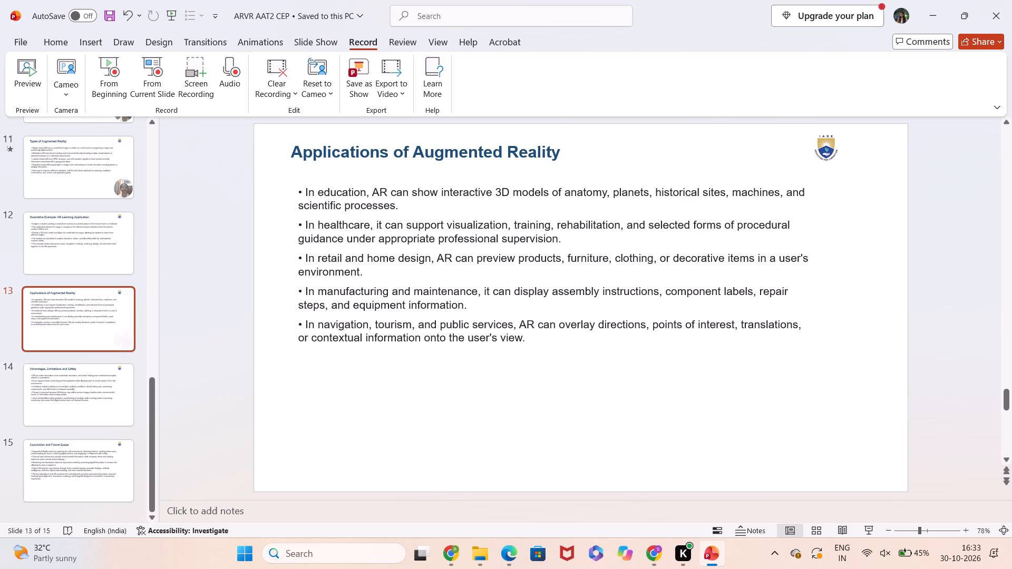
Open the recording view from slide 12 and start retaking the video on the current slide.
{"action": "left_click", "coordinate": [99, 250]}
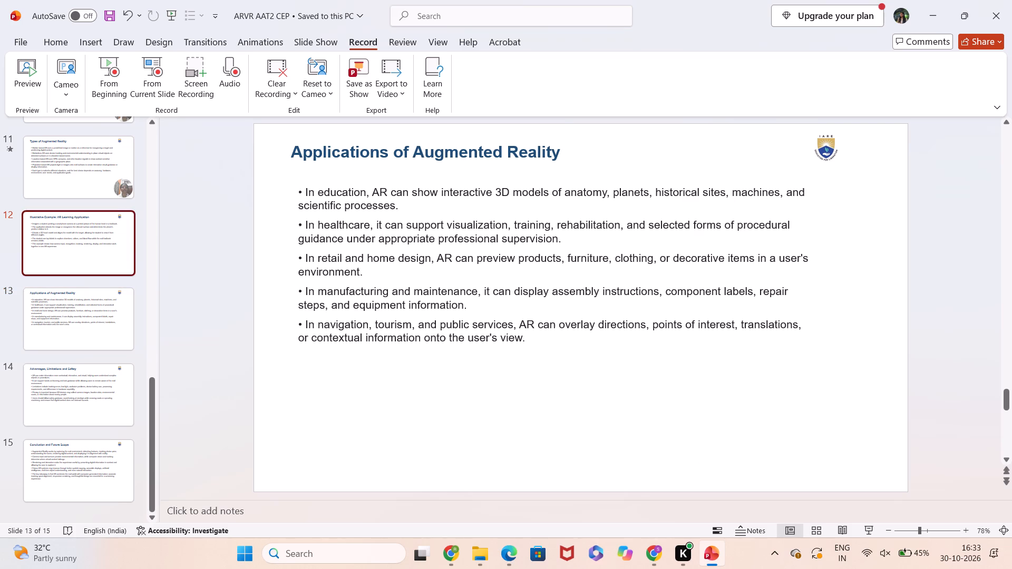
{"action": "left_click", "coordinate": [154, 80]}
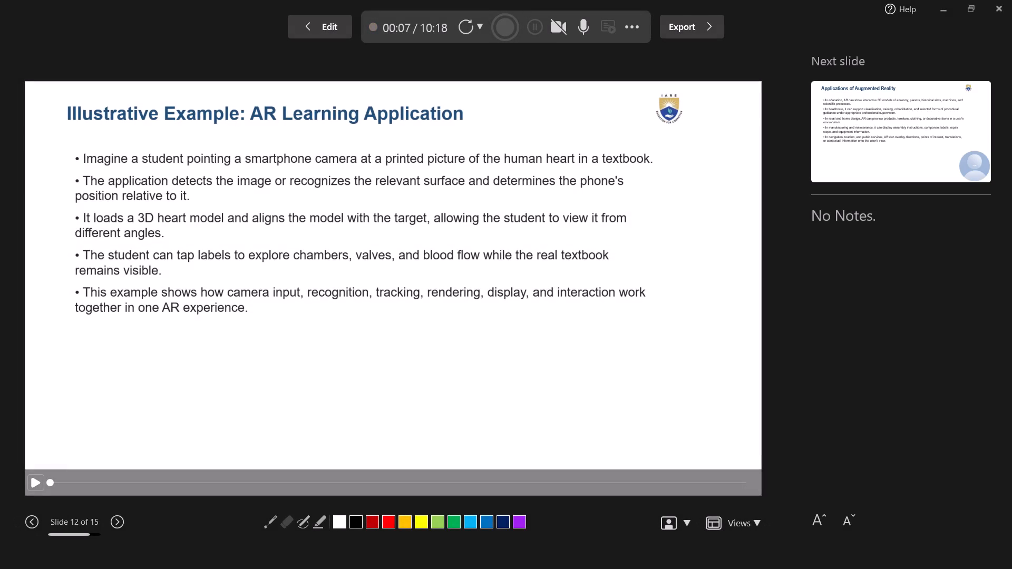
{"action": "left_click", "coordinate": [475, 27]}
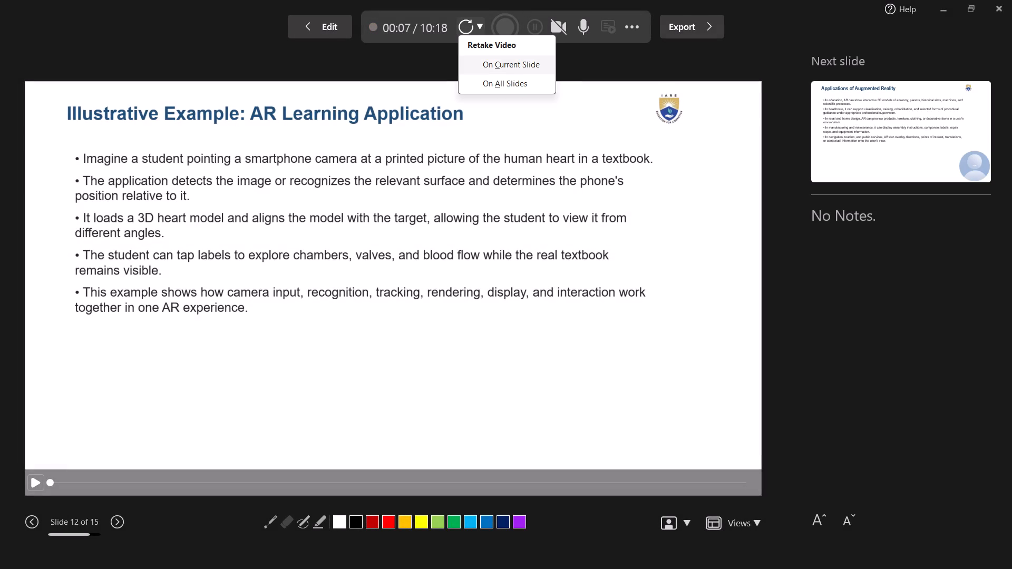
{"action": "left_click", "coordinate": [483, 63]}
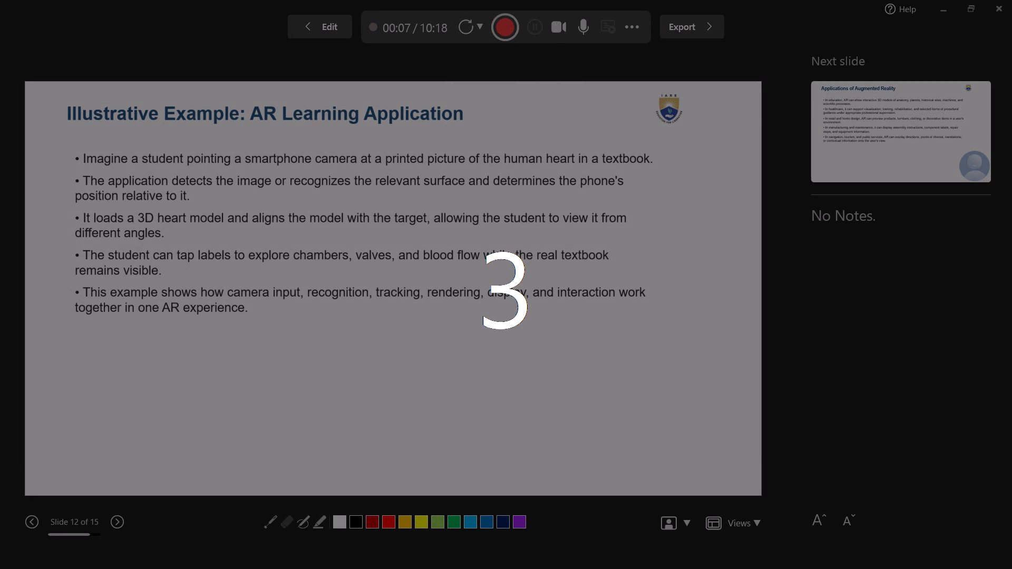
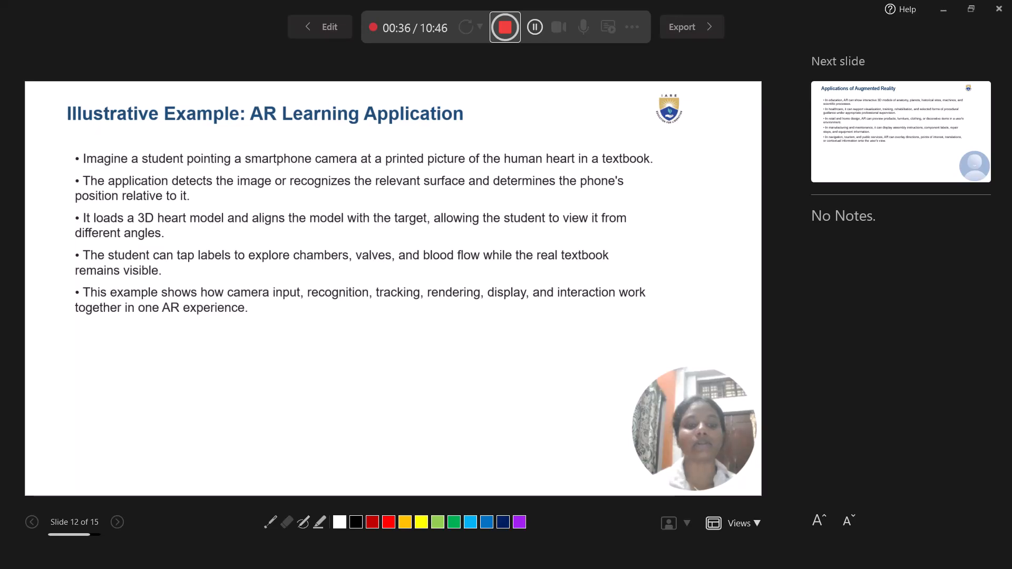
Stop the retake recording on slide 12, Illustrative Example: AR Learning Application.
{"action": "key", "text": "Right"}
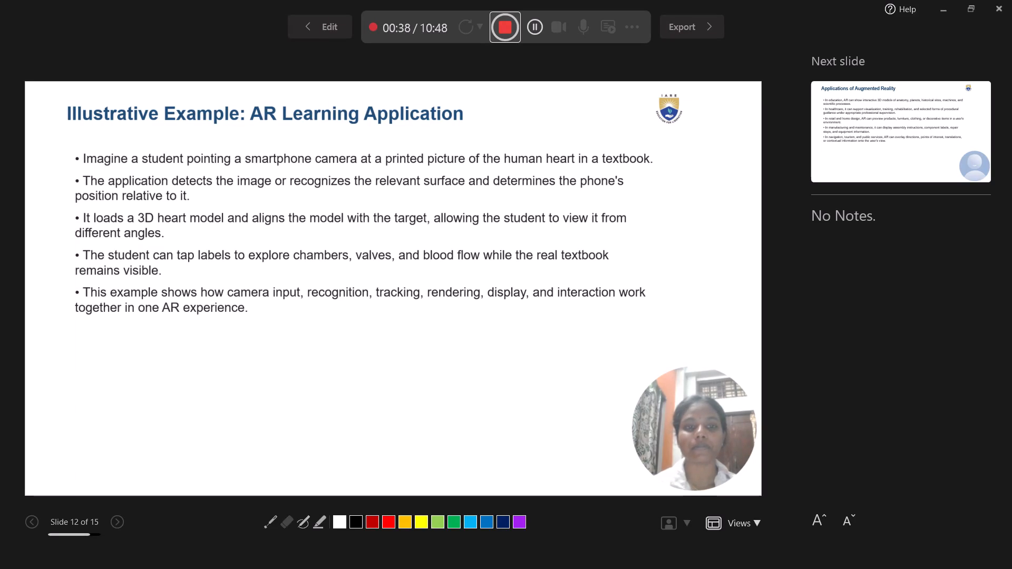
{"action": "left_click", "coordinate": [904, 126]}
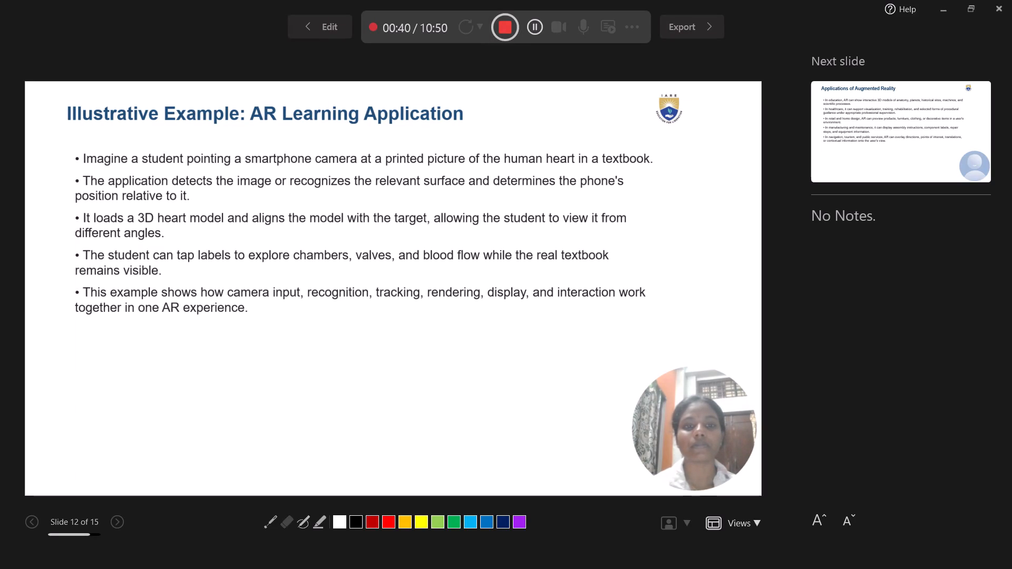
{"action": "left_click", "coordinate": [507, 29]}
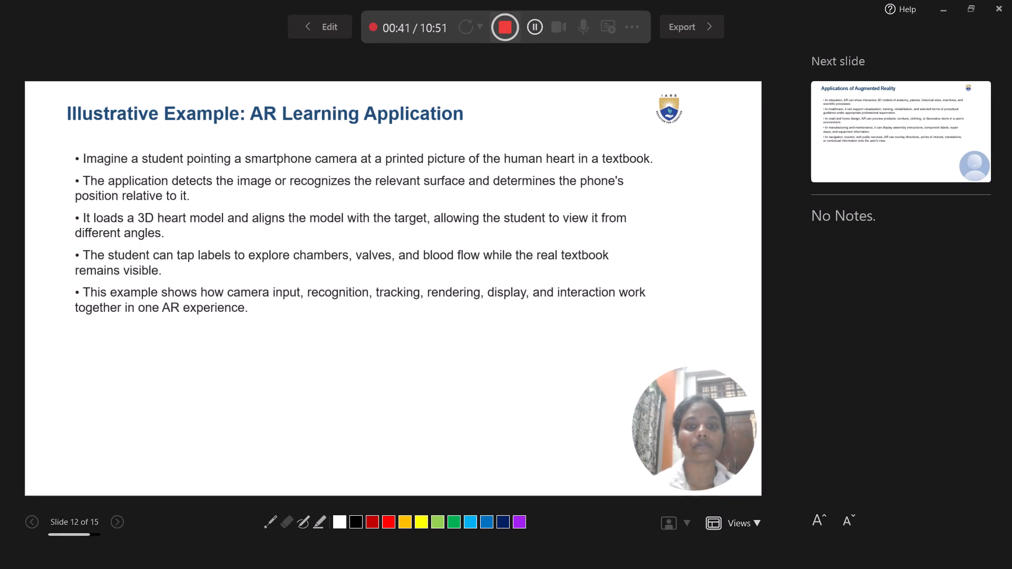
Go to slide 13, Applications of Augmented Reality, and start retaking the video on the current slide only.
{"action": "left_click", "coordinate": [114, 525]}
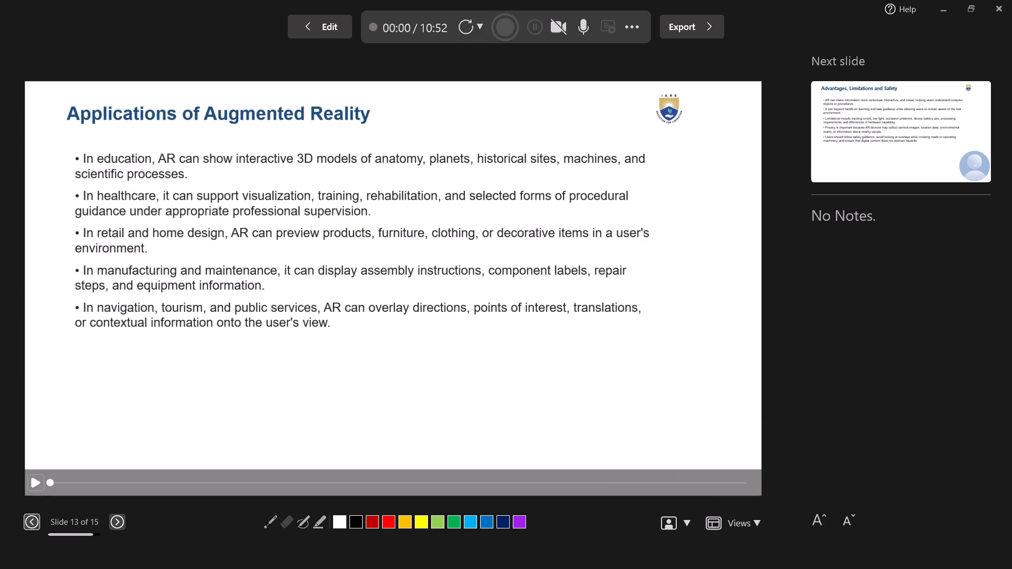
{"action": "left_click", "coordinate": [473, 29]}
{"action": "left_click", "coordinate": [495, 64]}
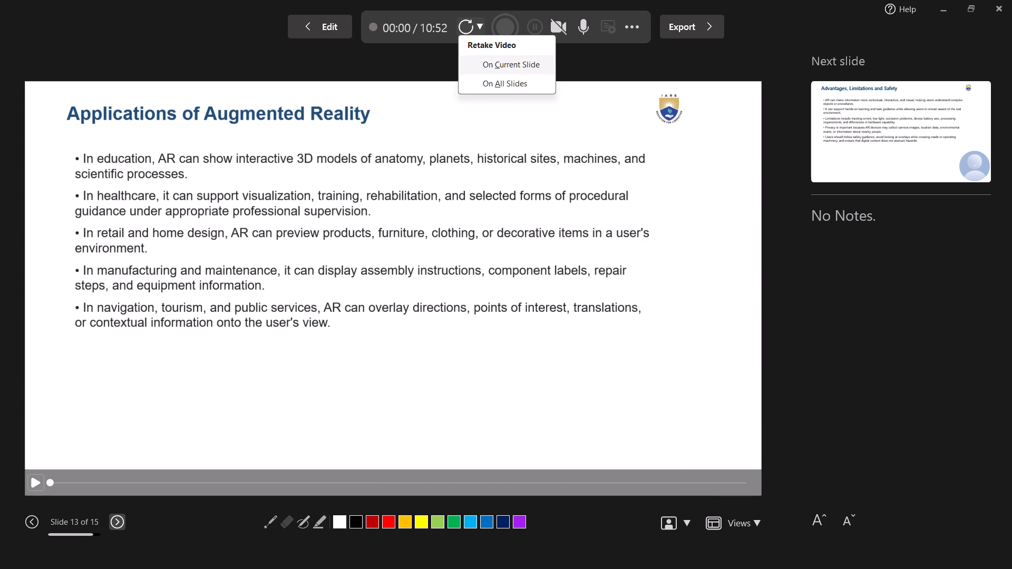
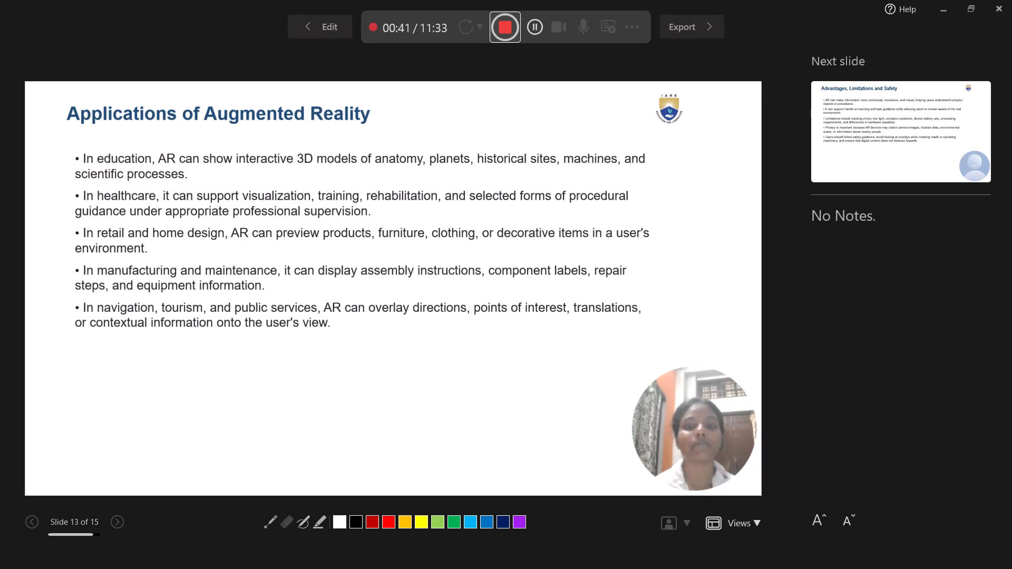
Stop the retake recording on slide 13, Applications of Augmented Reality.
{"action": "left_click", "coordinate": [507, 21]}
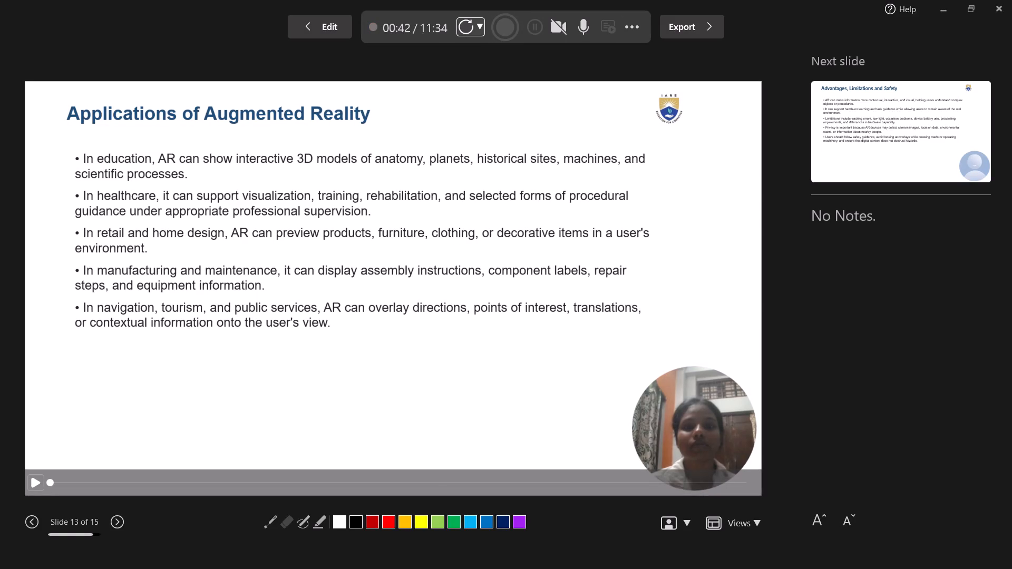
Go to slide 14, Advantages, Limitations and Safety, and start retaking the video on the current slide only.
{"action": "left_click", "coordinate": [114, 522]}
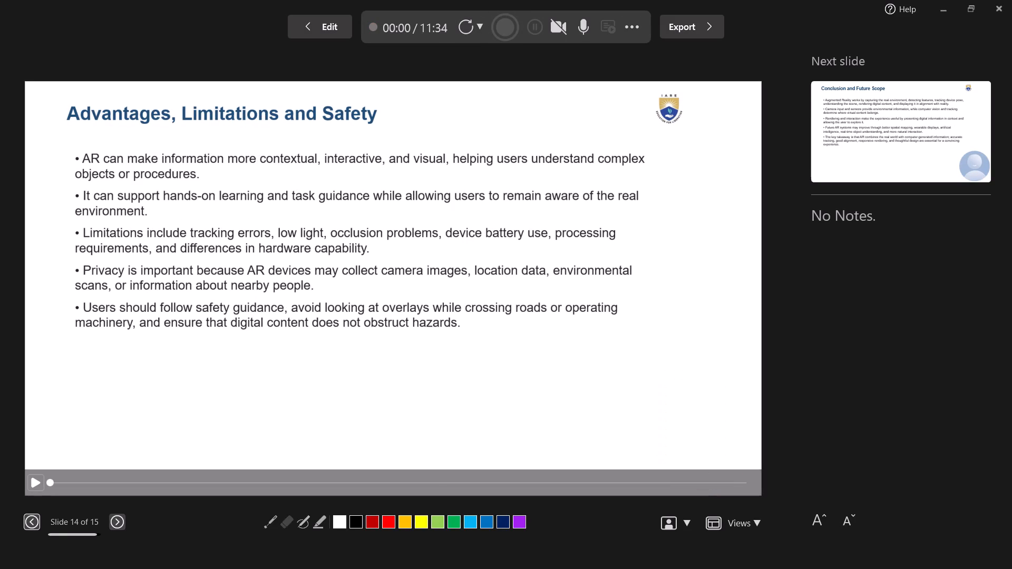
{"action": "left_click", "coordinate": [475, 29]}
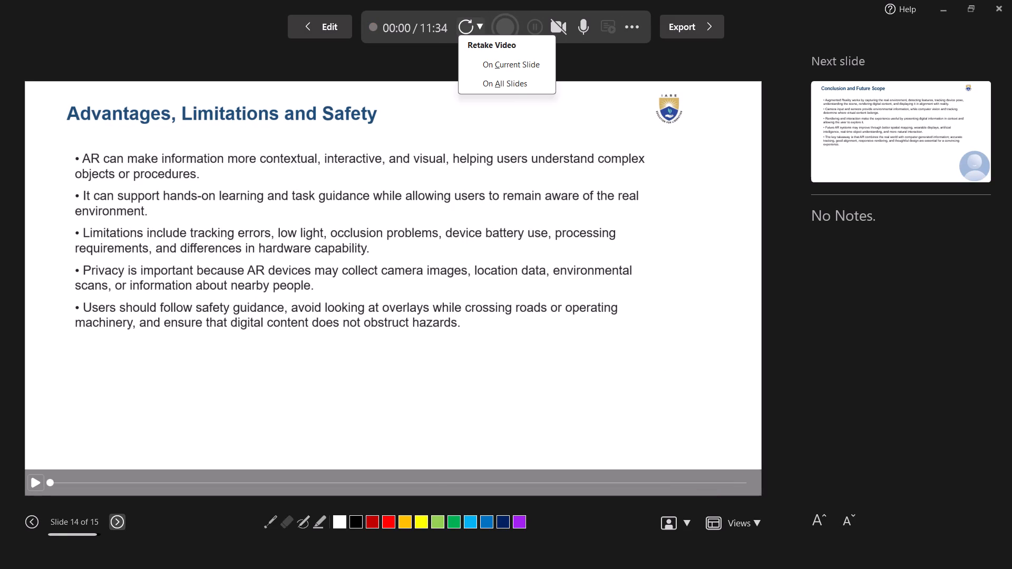
{"action": "left_click", "coordinate": [486, 68]}
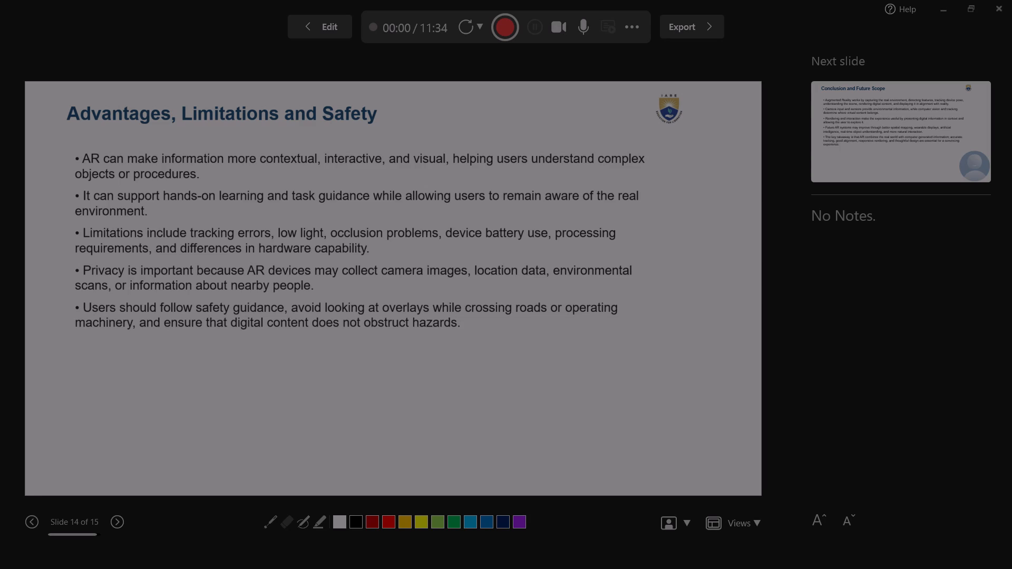
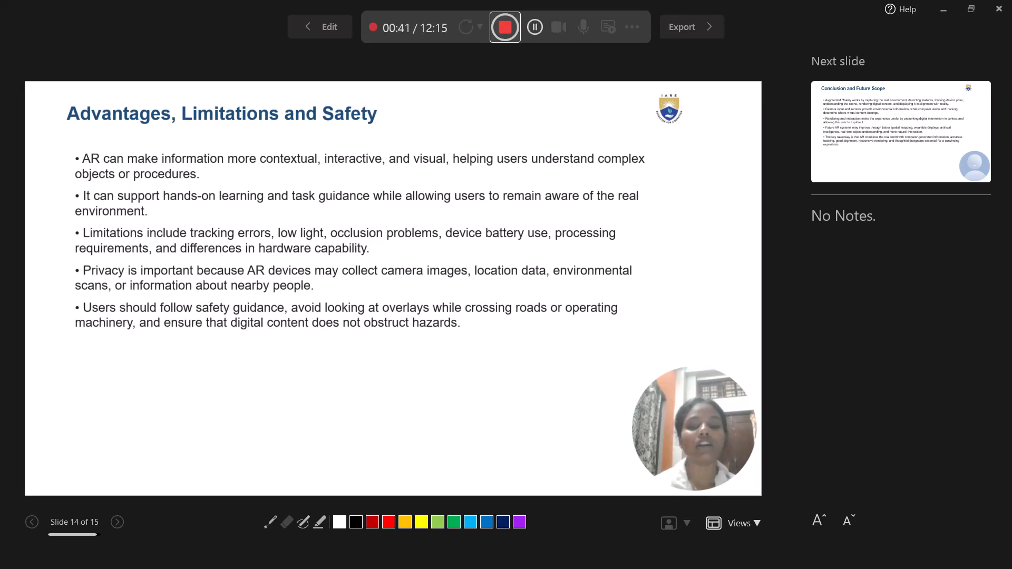
Stop the retake recording on slide 14, Advantages, Limitations and Safety.
{"action": "left_click", "coordinate": [509, 38]}
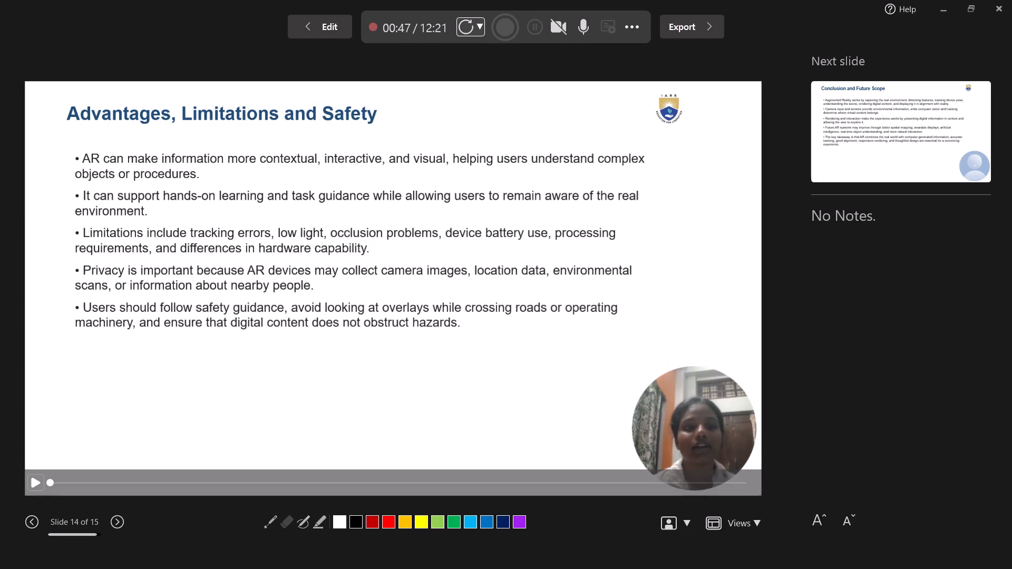
Go to slide 15, Conclusion and Future Scope, and start retaking the video on the current slide only.
{"action": "left_click", "coordinate": [123, 518]}
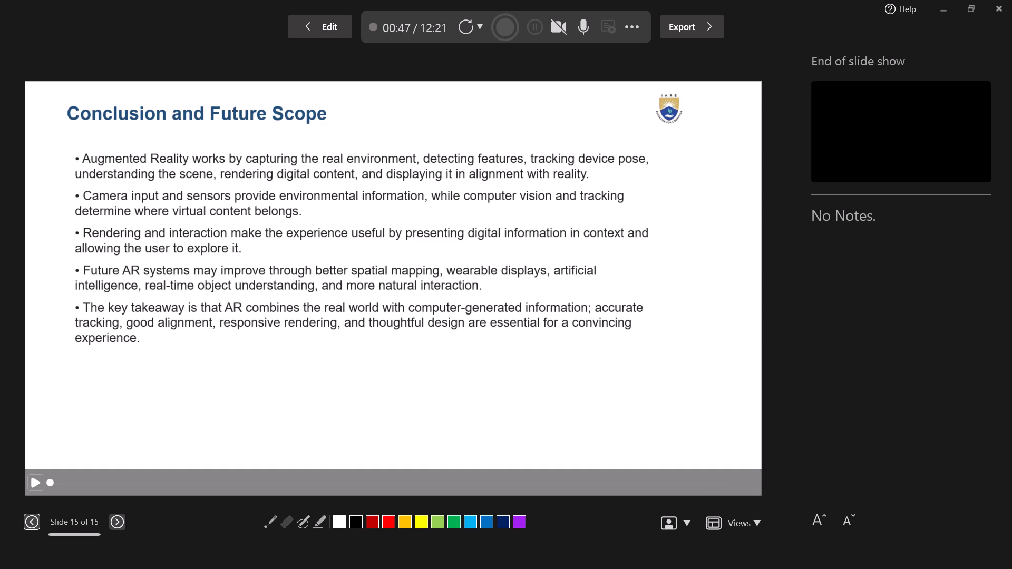
{"action": "left_click", "coordinate": [475, 40]}
{"action": "left_click", "coordinate": [475, 29]}
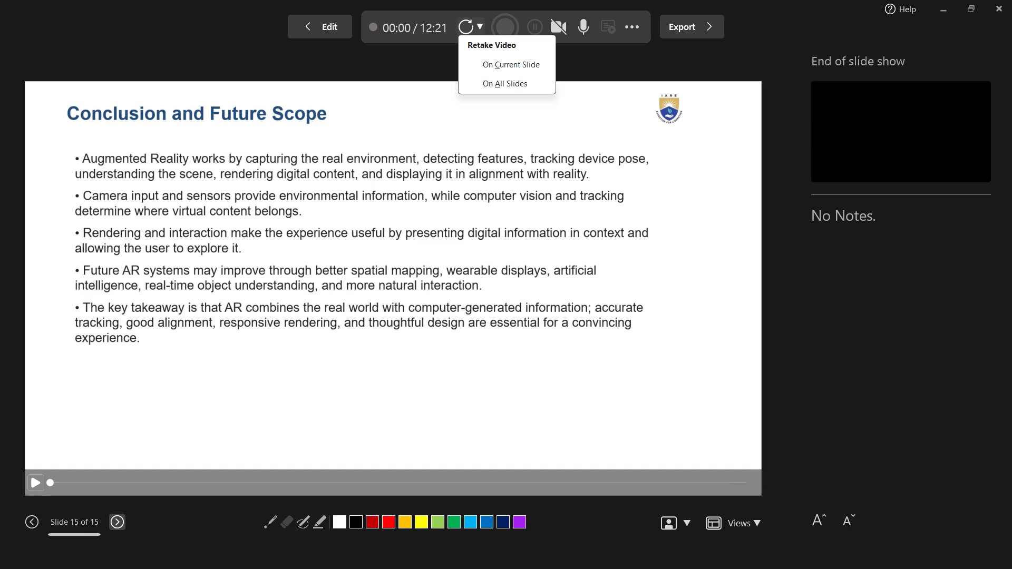
{"action": "left_click", "coordinate": [488, 65]}
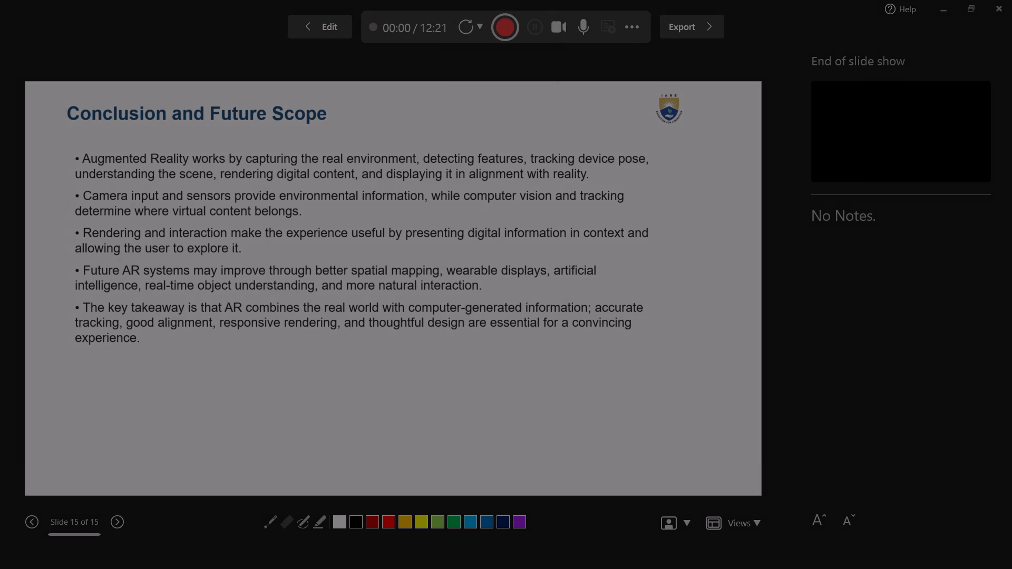